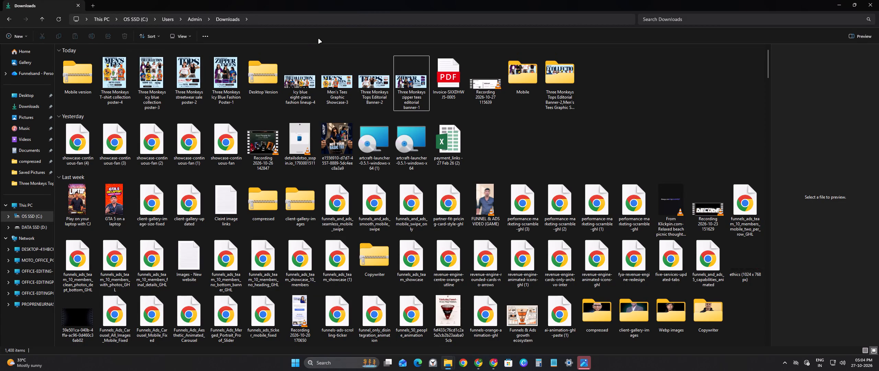
Switch to Meta Ads Manager in Chrome and open the campaigns of the GEI - 1 ad account.
key("alt+Tab")
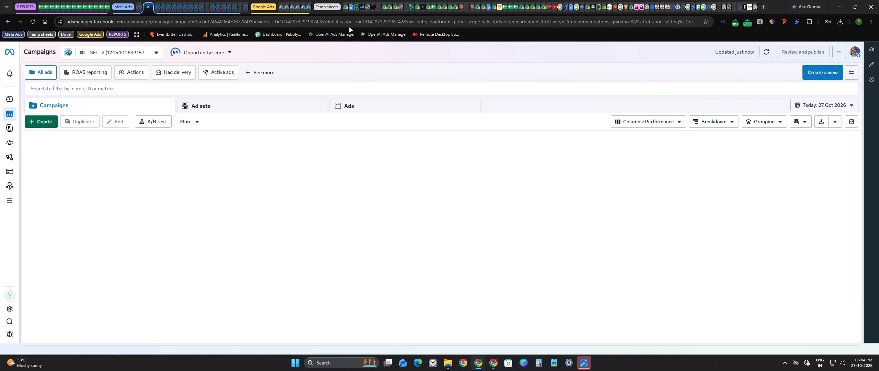
left_click(101, 51)
left_click(207, 157)
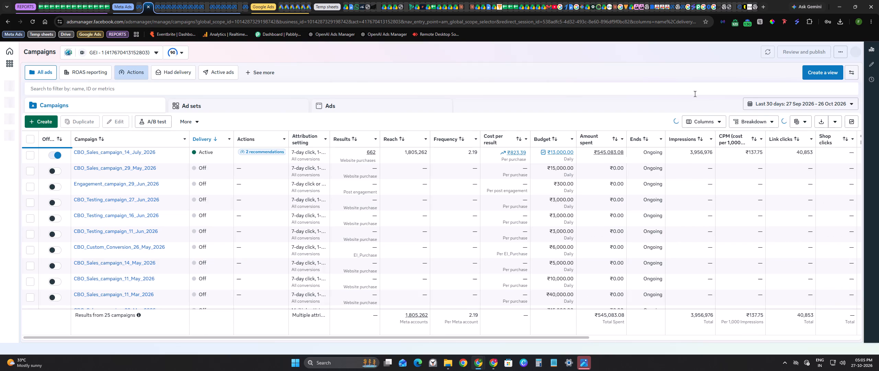
Check the account's campaign results for yesterday, 26 Oct 2026, and for today, 27 Oct 2026.
left_click(798, 102)
left_click(652, 143)
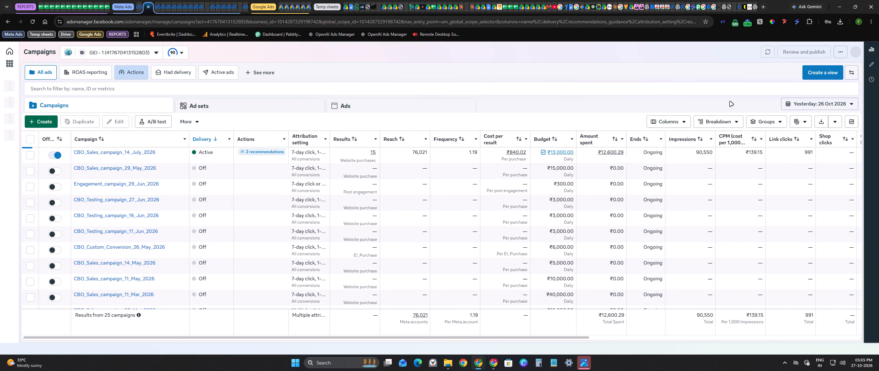
left_click(785, 102)
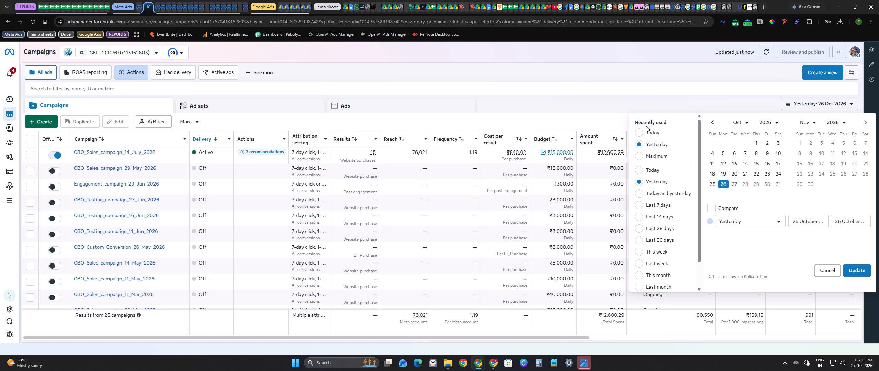
left_click(645, 129)
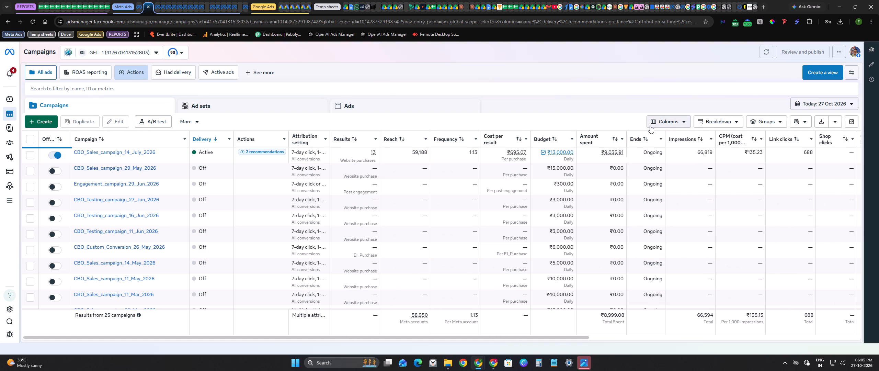
key("alt+Tab")
key("alt+Tab")
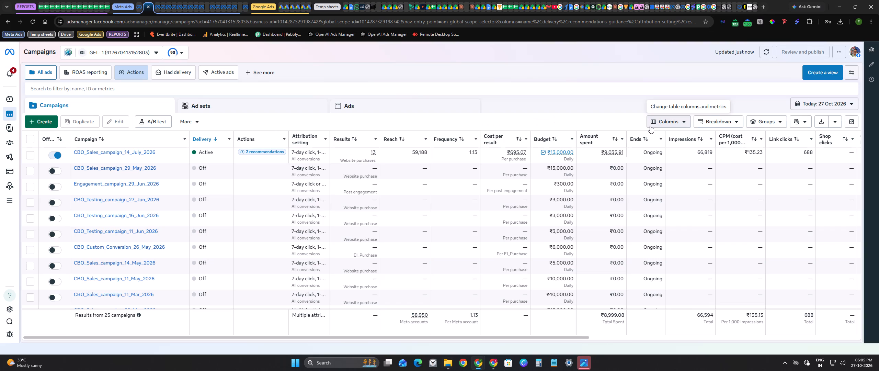
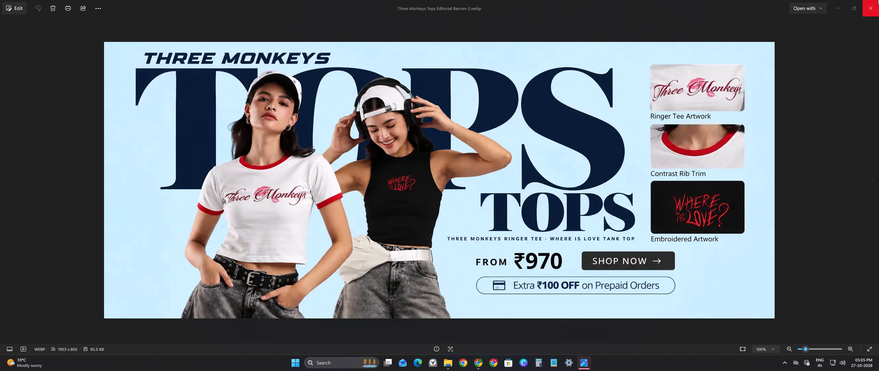
Close the Three Monkeys Tops banner image and the open File Explorer windows, leaving the Client Performance & Weekly Matrix Dashboard in view.
left_click(878, 0)
left_click(455, 370)
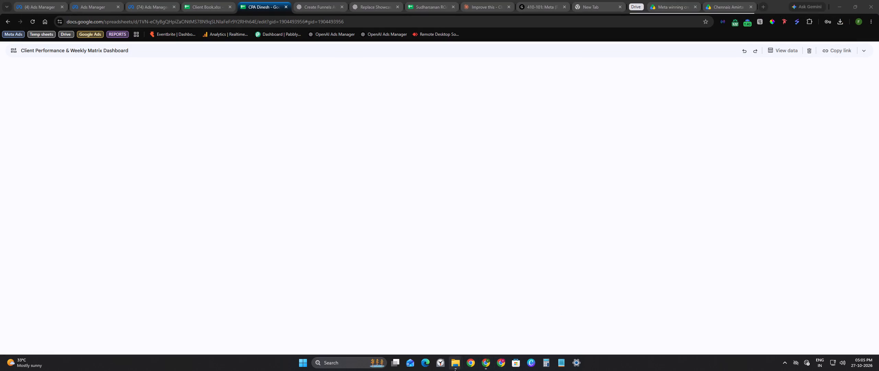
left_click(419, 329)
left_click(878, 0)
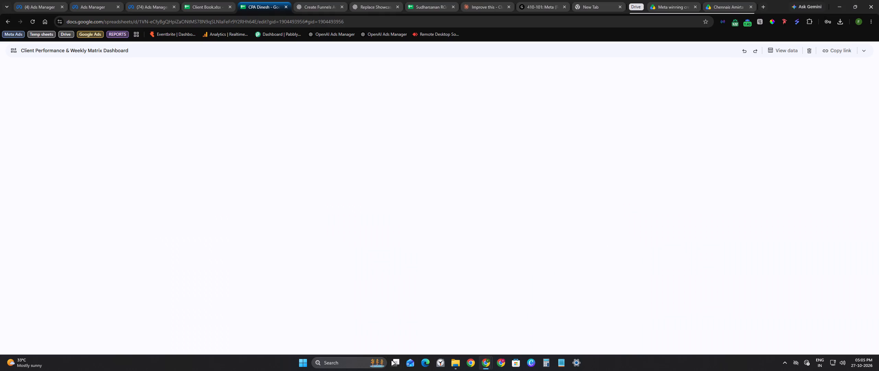
left_click(452, 365)
left_click(878, 0)
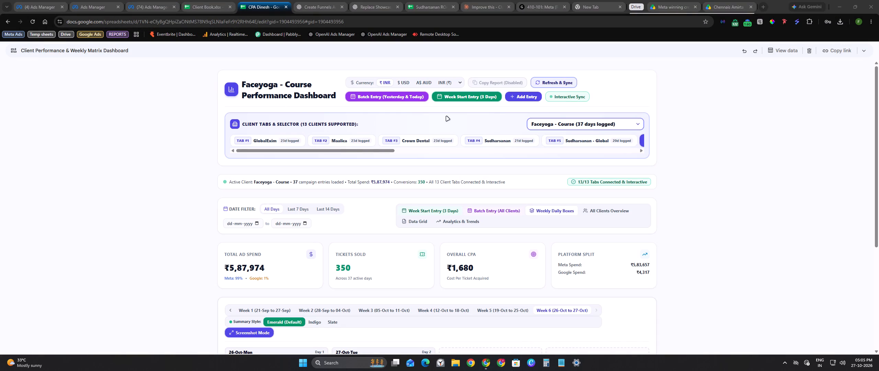
Select the GlobalExim client in the performance dashboard and bring up its form in the all-clients batch daily entry view.
left_click(280, 139)
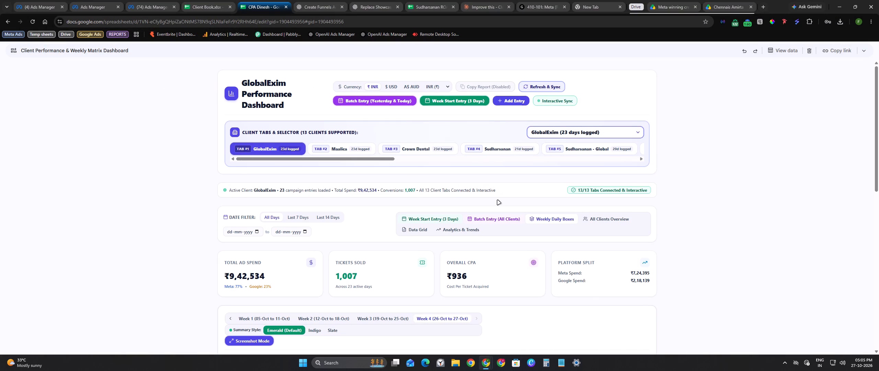
left_click(512, 217)
scroll(516, 227, "down", 5)
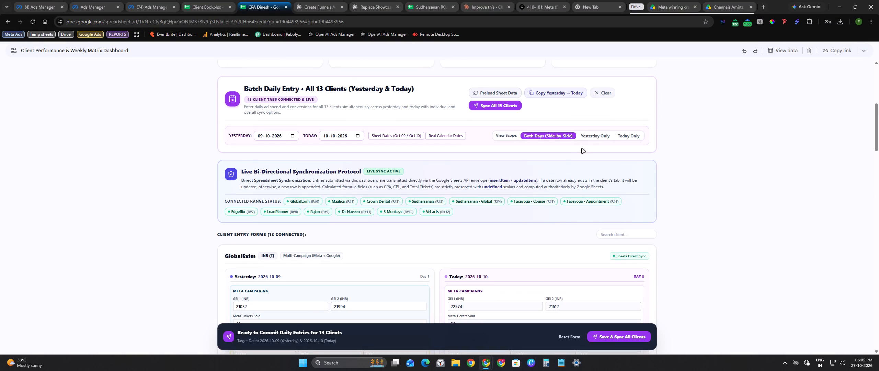
scroll(586, 148, "down", 2)
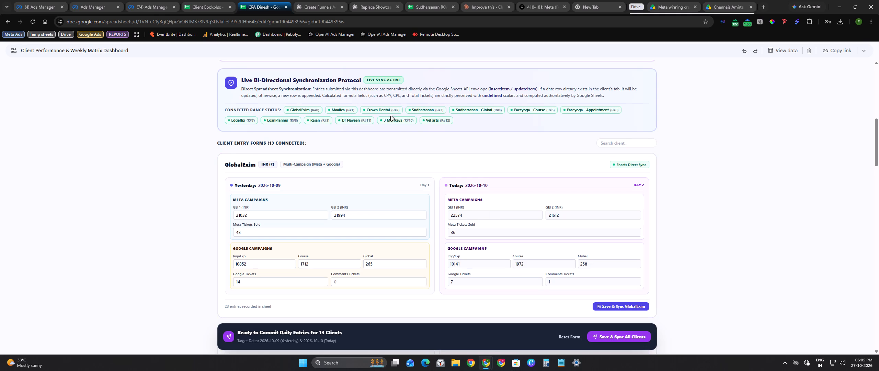
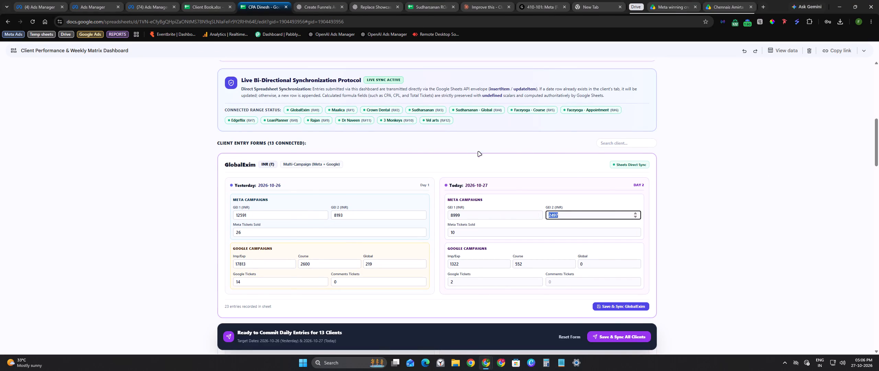
Look up today's amount spent for the GEI - 2 account in Ads Manager and enter 6067 as GlobalExim's GEI 2 figure for today.
key("alt+Tab")
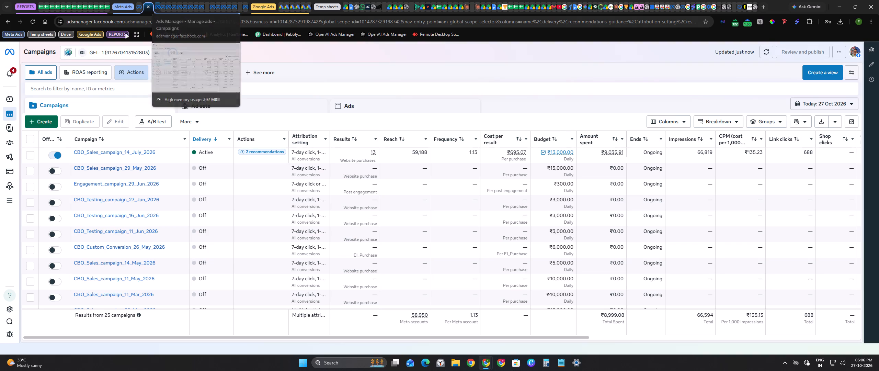
left_click(101, 51)
left_click(207, 163)
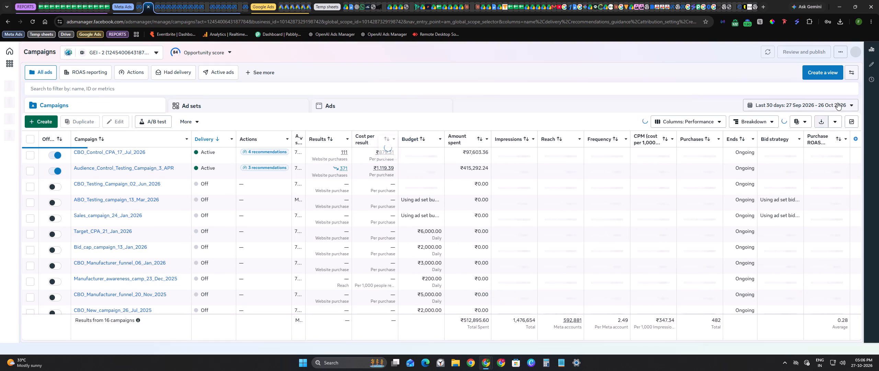
left_click(837, 103)
left_click(640, 136)
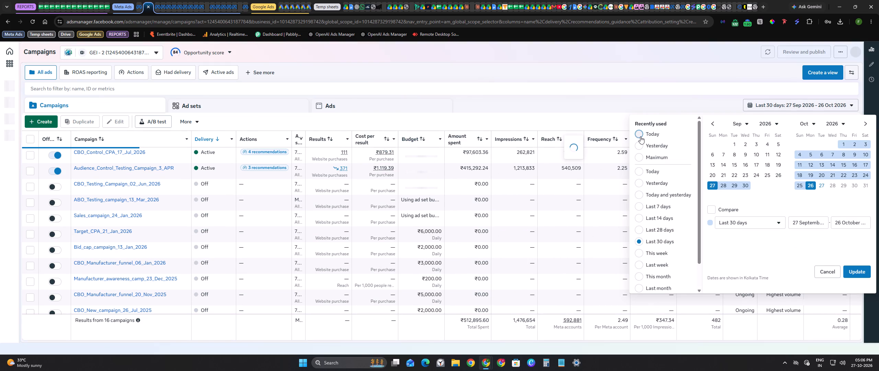
key("alt+Tab")
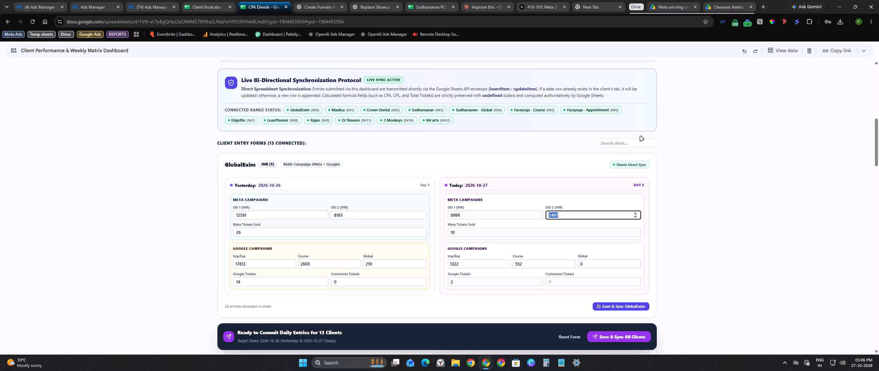
type("6067")
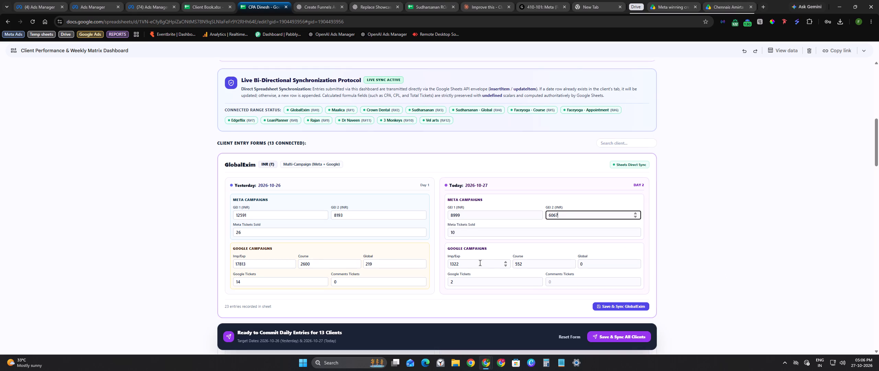
Check today's cost in the Import Export Google Ads account and set GlobalExim's Imp/Exp figure for today to 4524.
left_click_drag(477, 261, 408, 259)
key("alt+Tab")
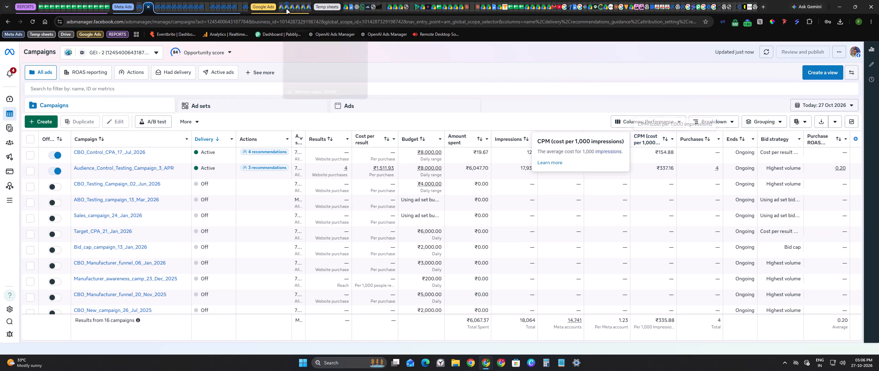
left_click(287, 10)
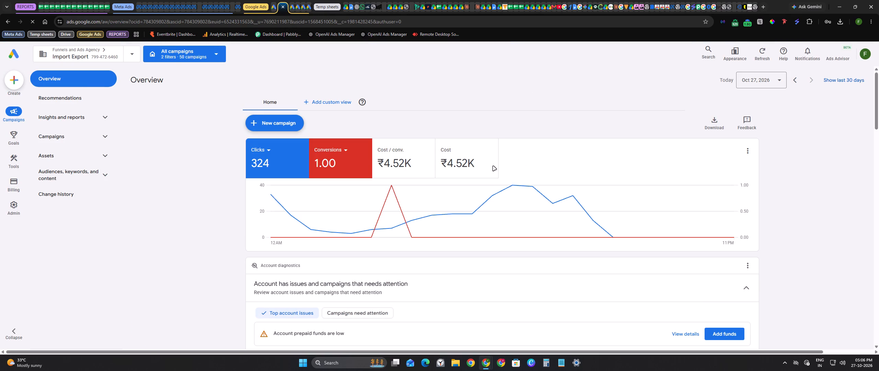
key("alt+Tab")
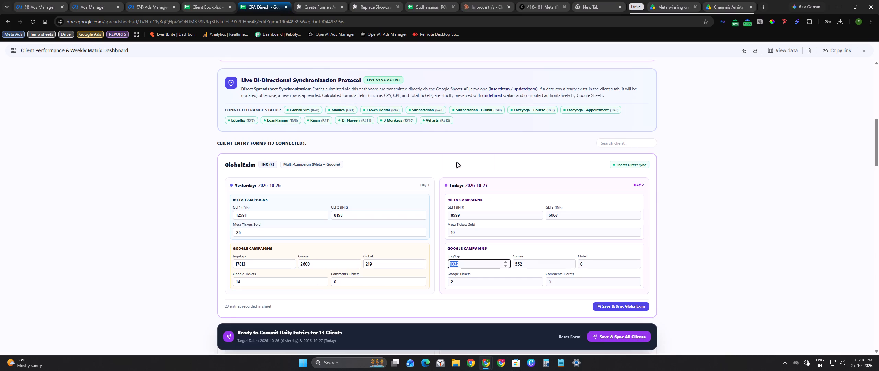
type("4524")
key("Tab")
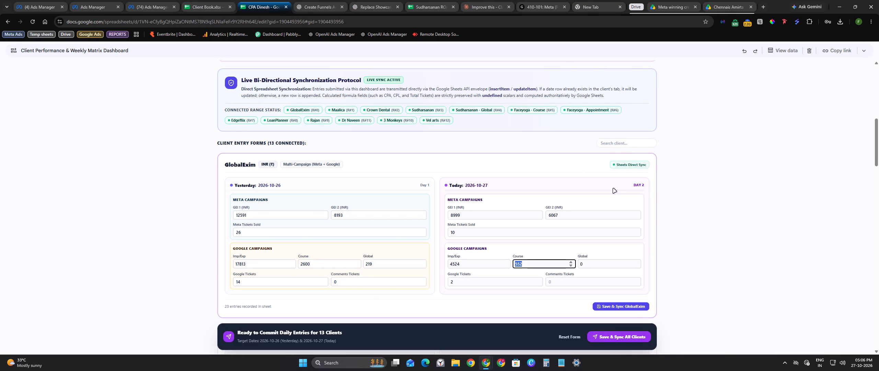
Check today's cost in the Exim Course Online Google Ads account and set GlobalExim's Course figure for today to 992.
key("alt+Tab")
left_click(808, 70)
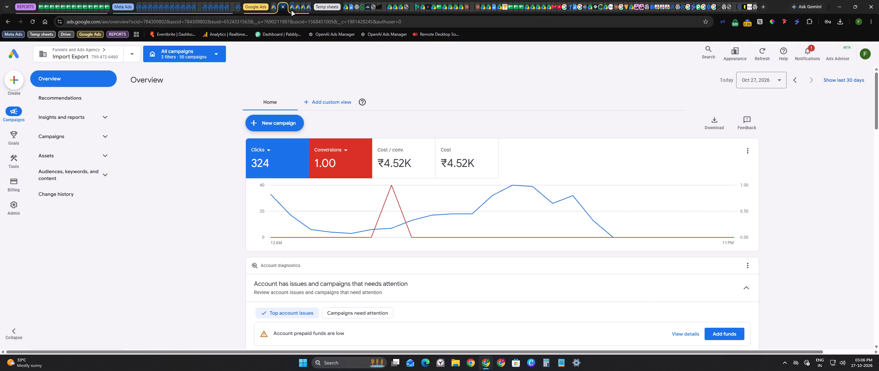
left_click(292, 11)
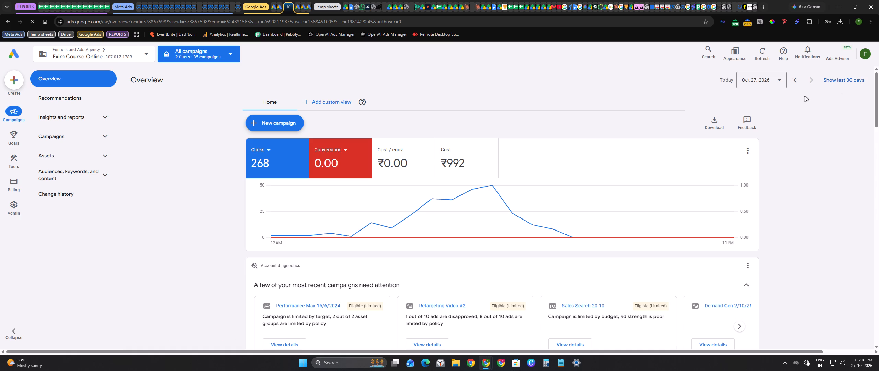
key("alt+Tab")
type("9952")
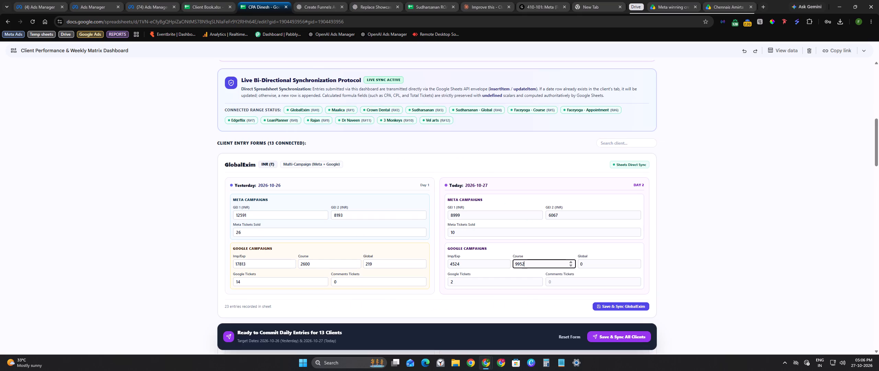
key("BackSpace")
key("BackSpace")
key("2")
key("Tab")
Check today's cost in the Global Exim Google Ads account and set GlobalExim's Global figure for today to 231.
key("alt+Tab")
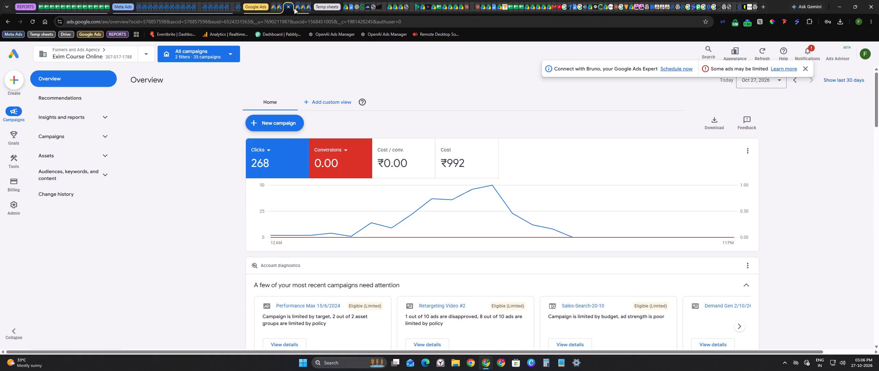
left_click(295, 9)
left_click(297, 7)
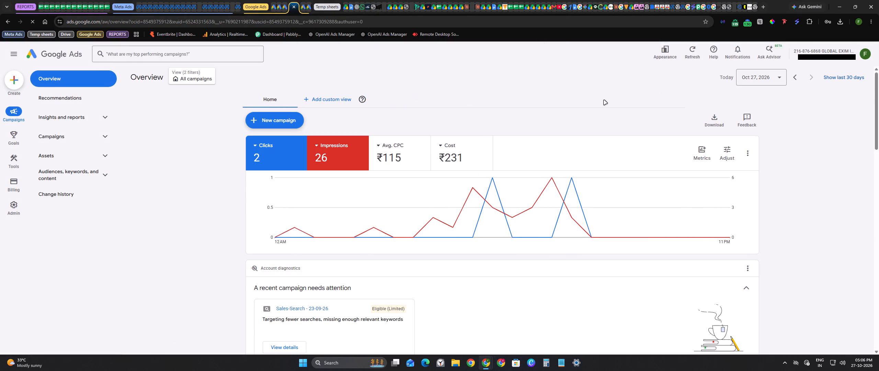
key("alt+Tab")
type("231")
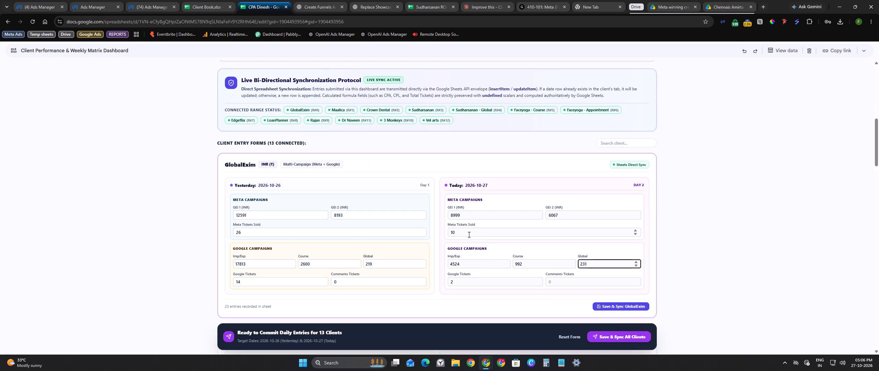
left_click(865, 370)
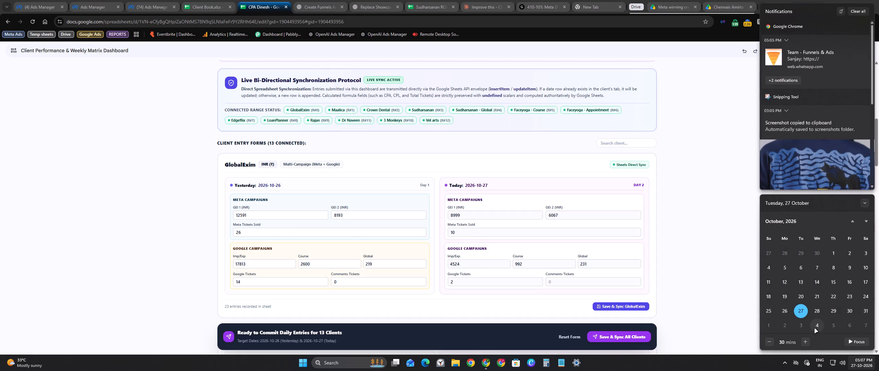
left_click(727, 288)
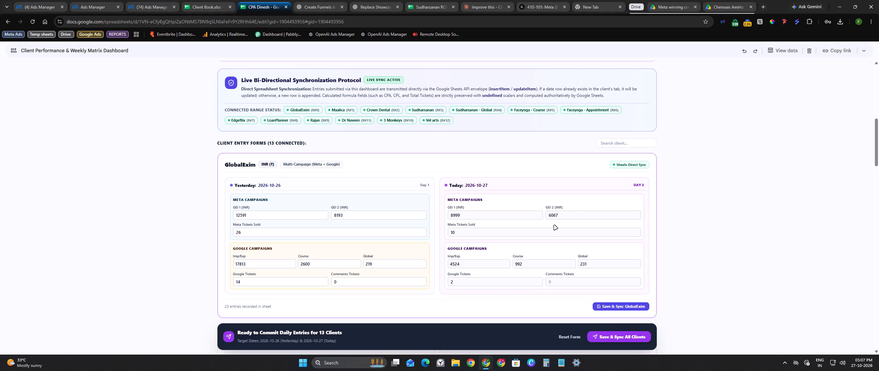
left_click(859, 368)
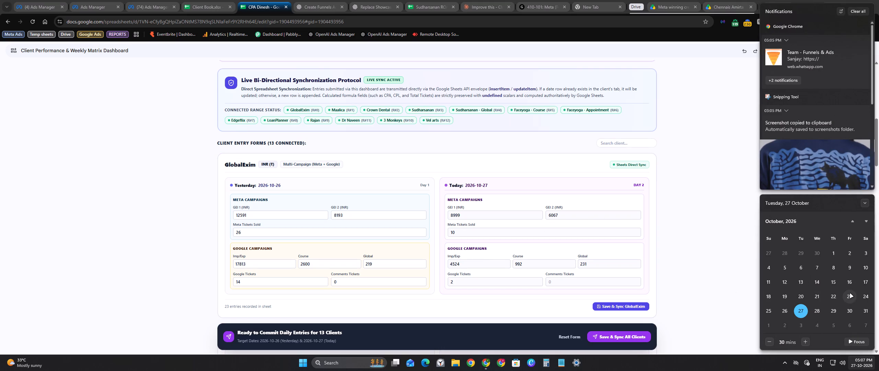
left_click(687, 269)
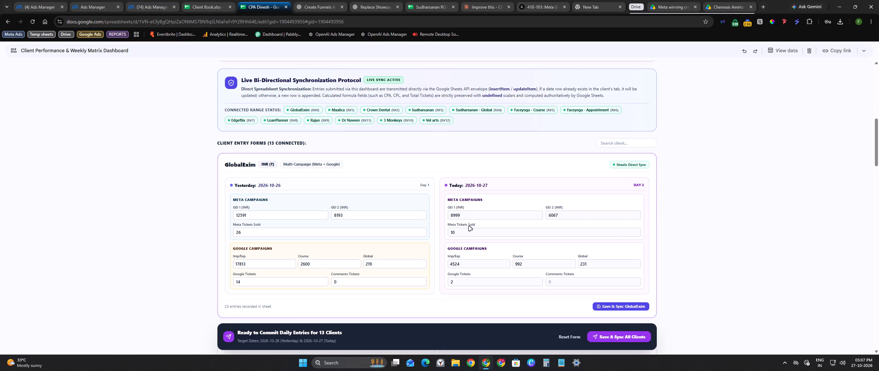
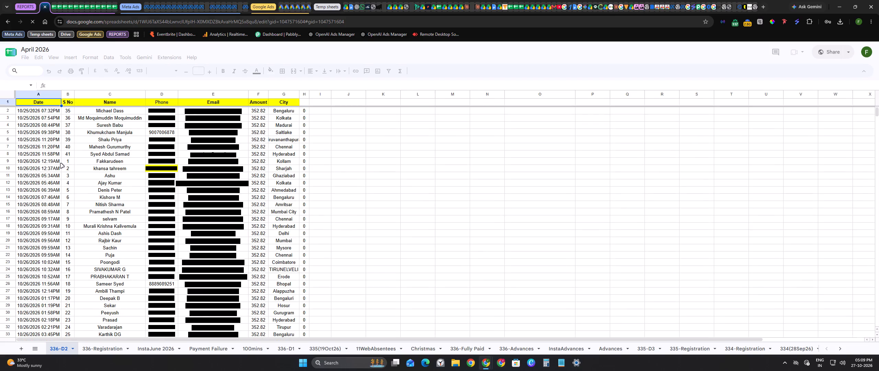
Enter serial number 26 for the last registration, dated 10/27/2026 04:45PM, on the 336-D2 sheet.
scroll(61, 164, "down", 12)
scroll(64, 165, "up", 3)
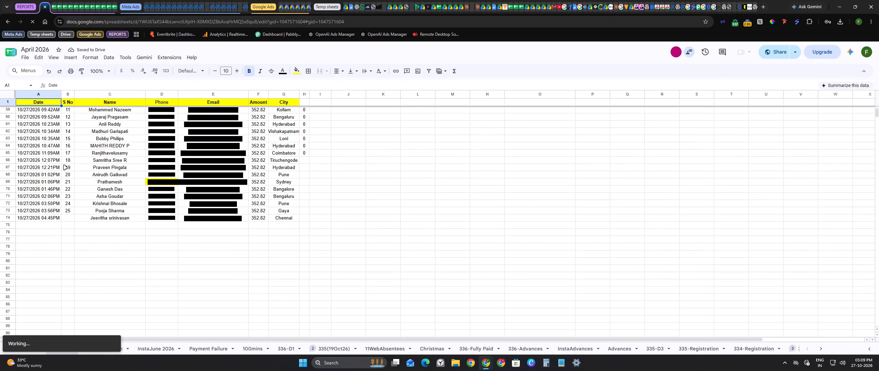
left_click(68, 221)
type("26")
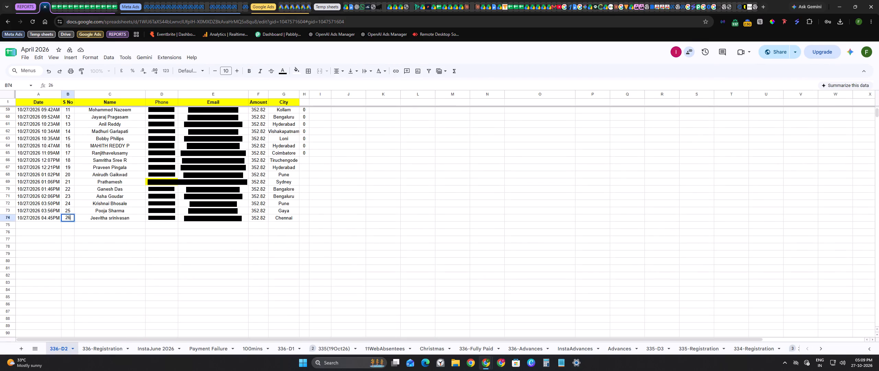
key("Tab")
Return to the performance dashboard, set GlobalExim's Google Tickets for today to 4, and save and sync the GlobalExim entry.
key("alt+Tab")
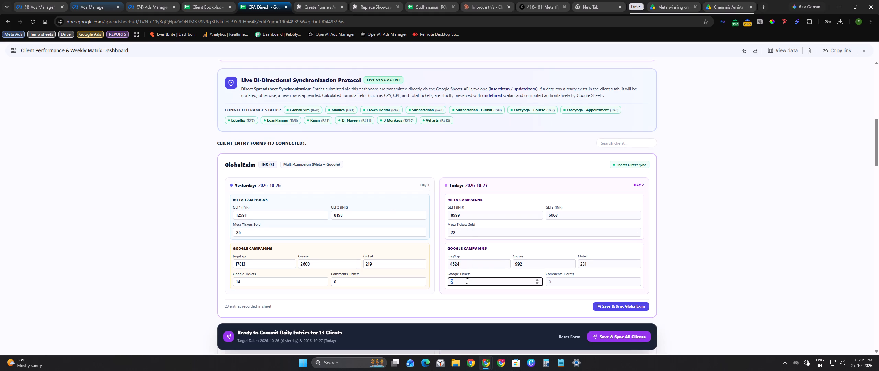
key("4")
left_click(605, 305)
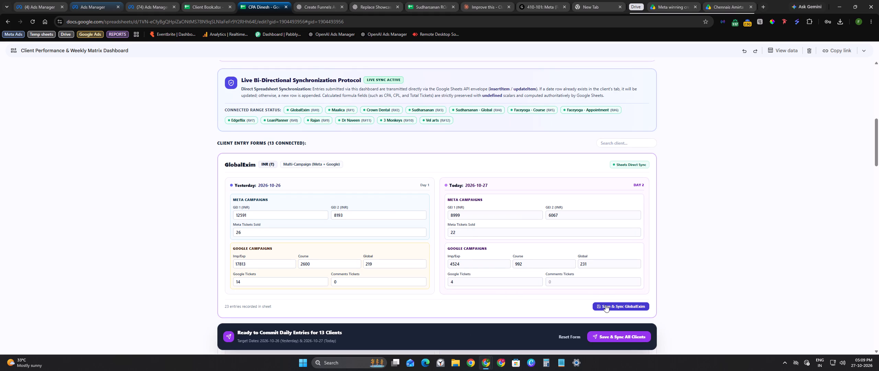
Show GlobalExim's Weekly Daily Boxes and capture a screenshot of the whole grid, from the 26-Oct box through the Weekly Report.
scroll(605, 305, "up", 7)
scroll(546, 195, "up", 3)
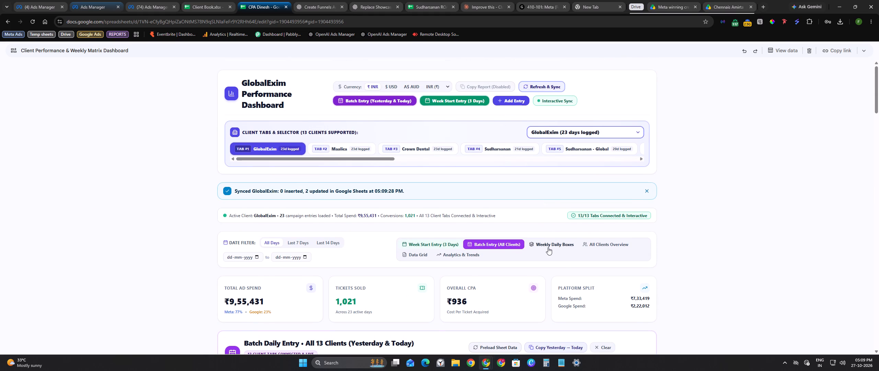
left_click(548, 247)
scroll(546, 247, "down", 8)
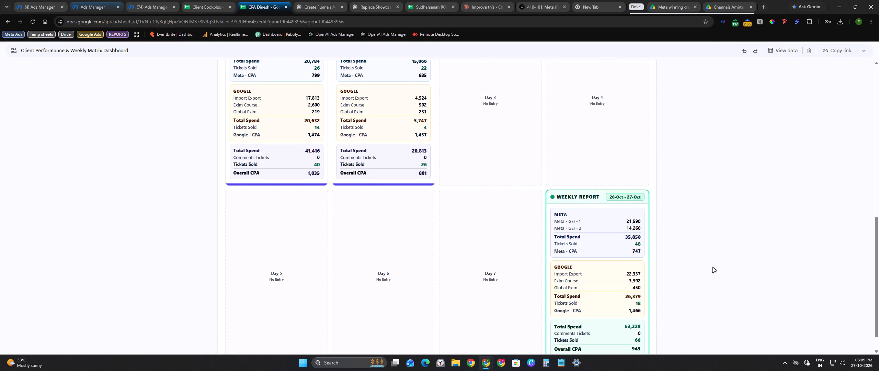
scroll(713, 268, "down", 2, "ctrl")
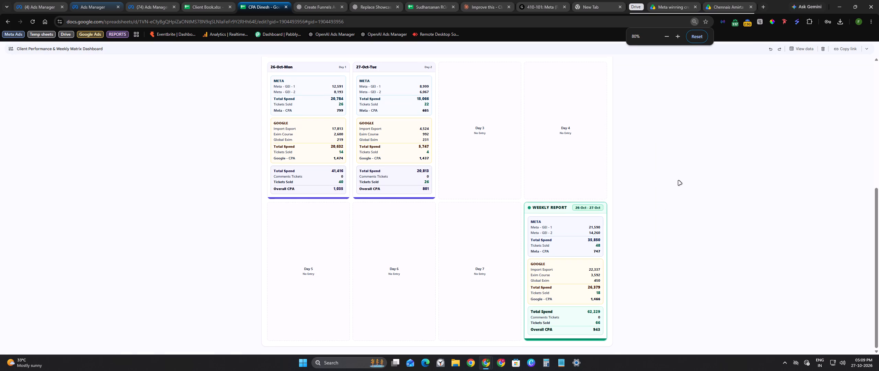
key("Print")
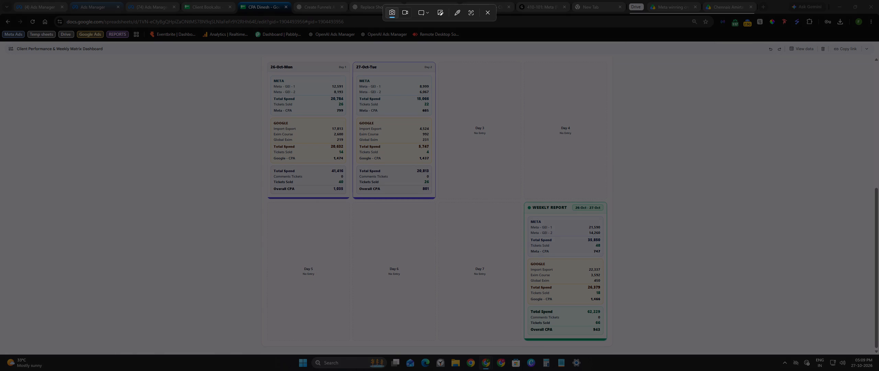
left_click_drag(266, 61, 628, 345)
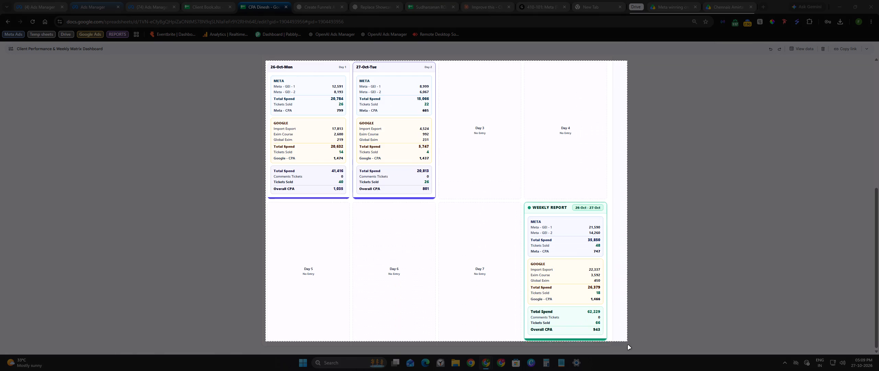
left_click_drag(628, 345, 616, 348)
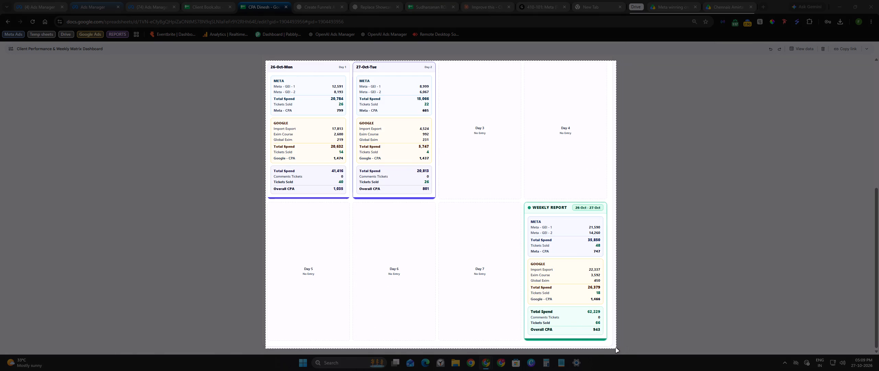
left_click_drag(616, 348, 614, 348)
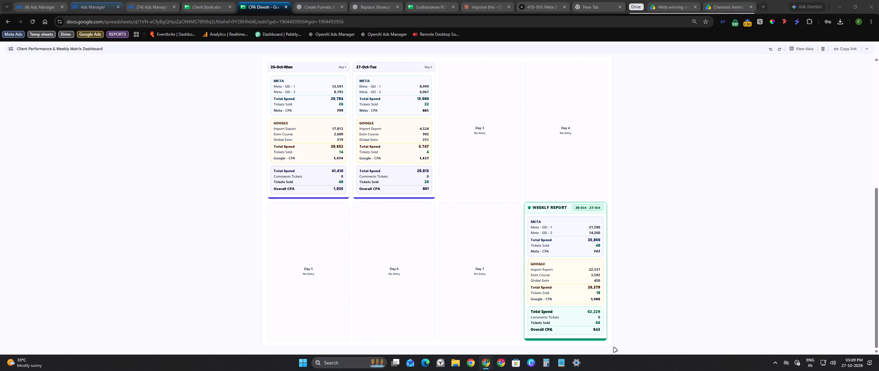
Switch back to the browser window with the April 2026 registrations spreadsheet.
key("alt+Tab")
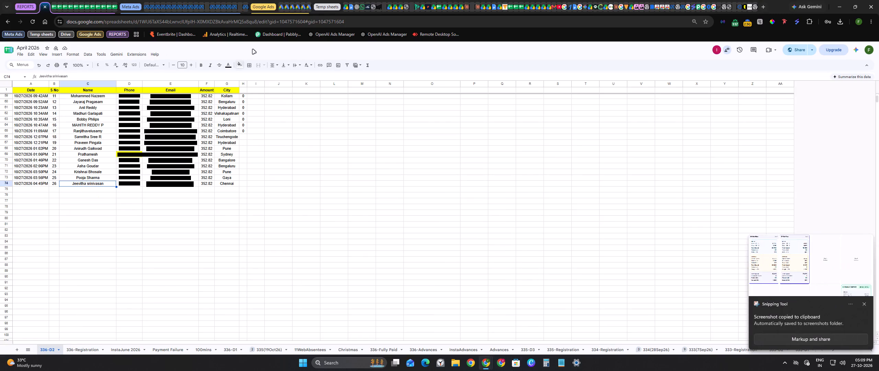
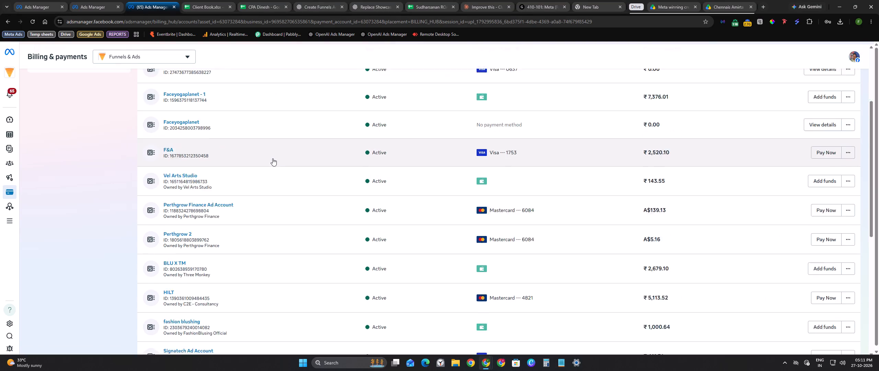
Look through the Funnels & Ads ad accounts in Billing & payments, examining their status, payment methods and balances.
scroll(273, 158, "down", 1)
scroll(225, 126, "down", 6)
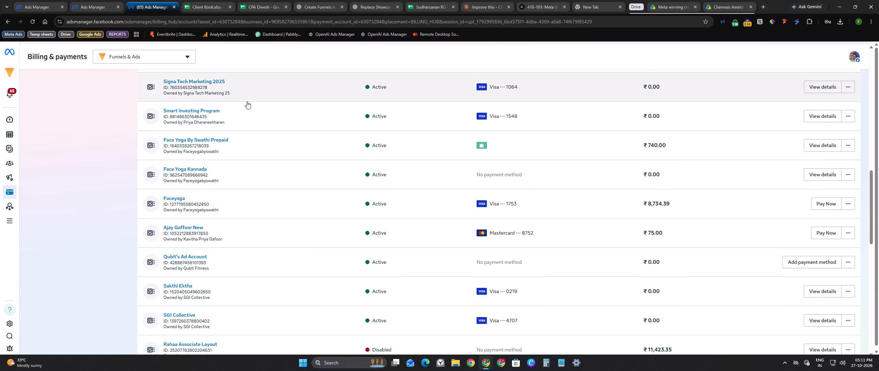
scroll(248, 103, "down", 12)
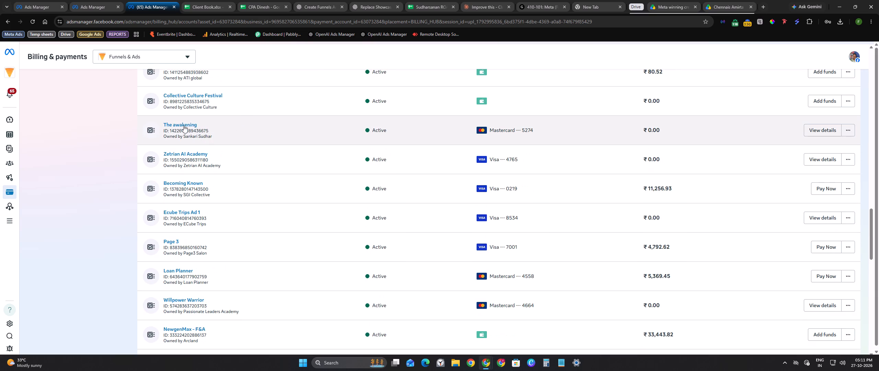
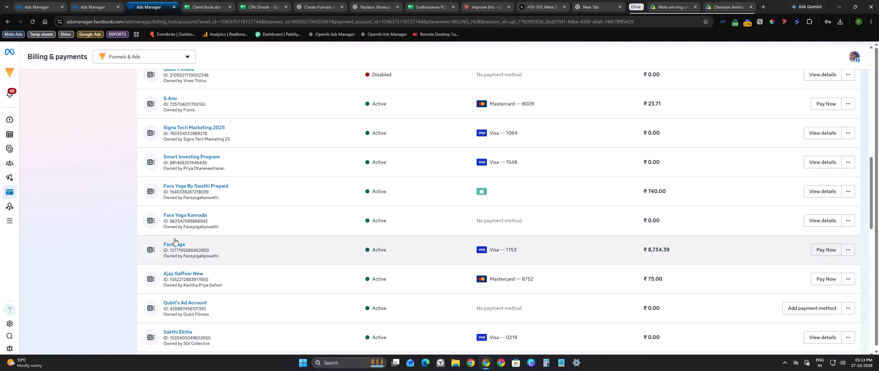
Open the billing details of the Face Yoga ad account and examine its current balance, payment threshold and available funds.
left_click(172, 245)
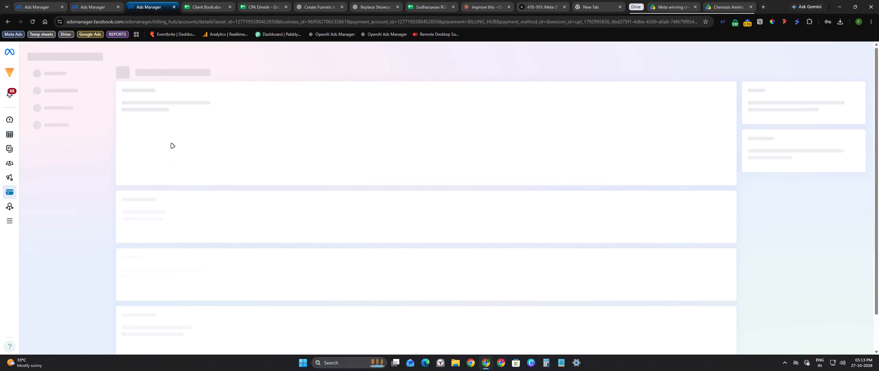
scroll(207, 180, "up", 7)
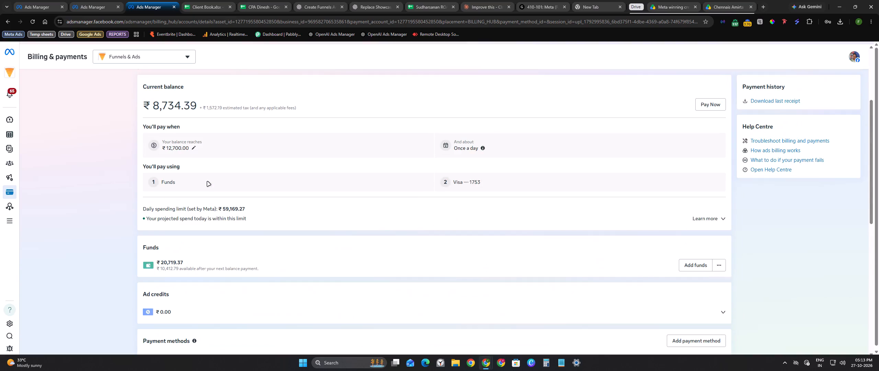
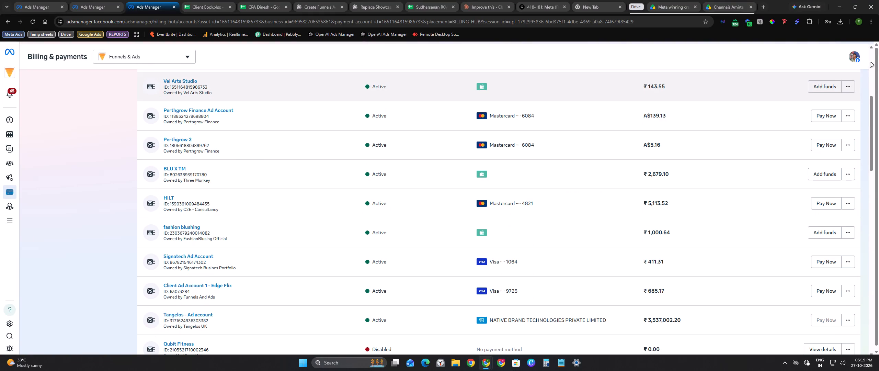
Look through the remaining ad accounts in the Funnels & Ads billing list, examining each account's status, payment method and balance.
scroll(502, 169, "down", 3)
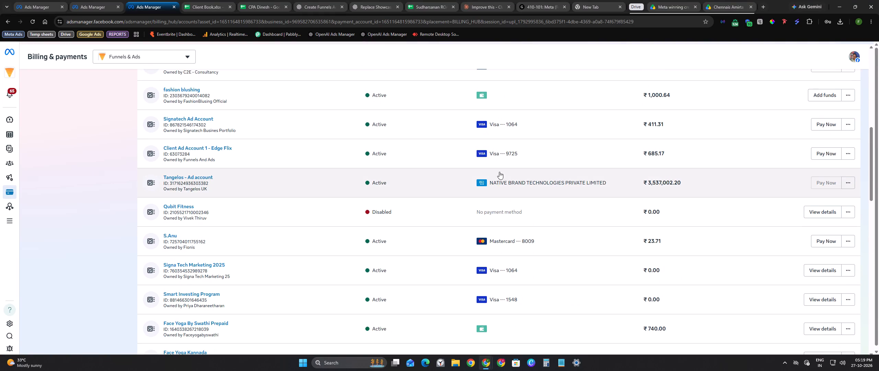
scroll(468, 172, "down", 5)
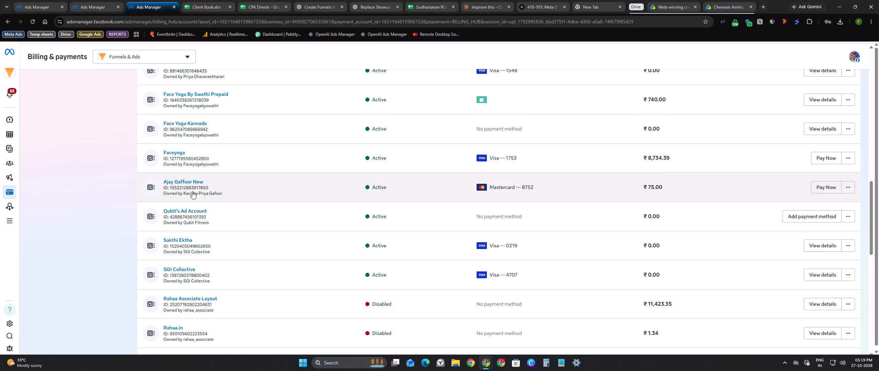
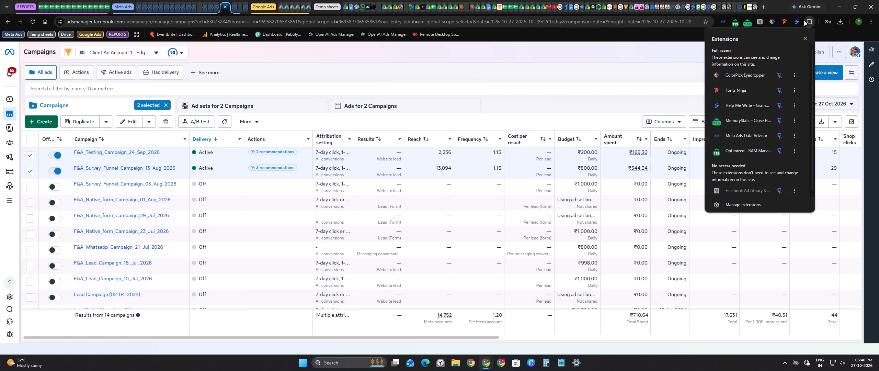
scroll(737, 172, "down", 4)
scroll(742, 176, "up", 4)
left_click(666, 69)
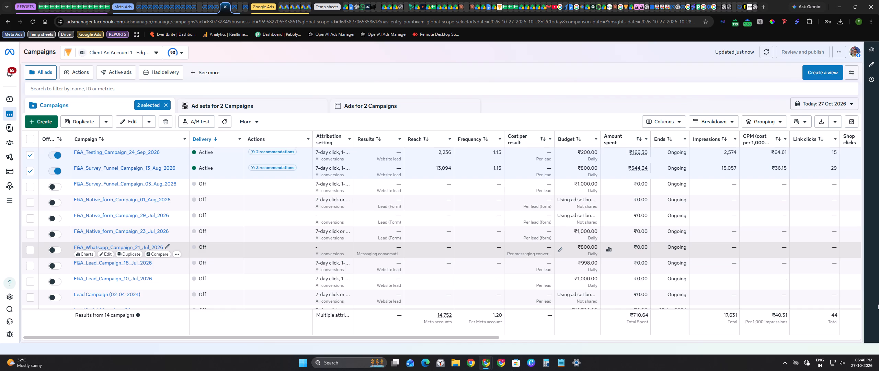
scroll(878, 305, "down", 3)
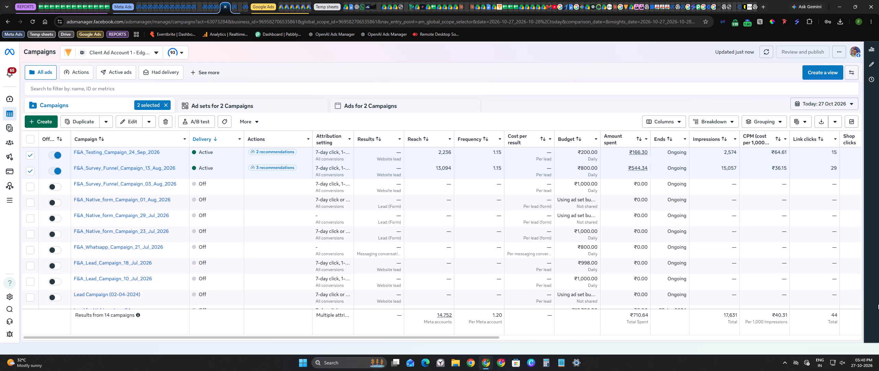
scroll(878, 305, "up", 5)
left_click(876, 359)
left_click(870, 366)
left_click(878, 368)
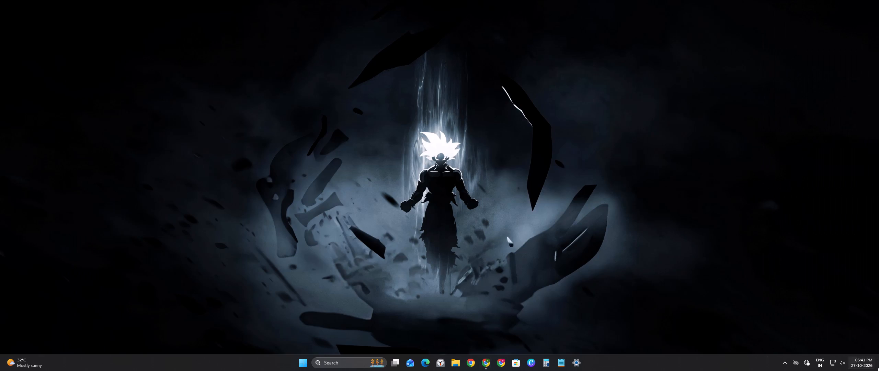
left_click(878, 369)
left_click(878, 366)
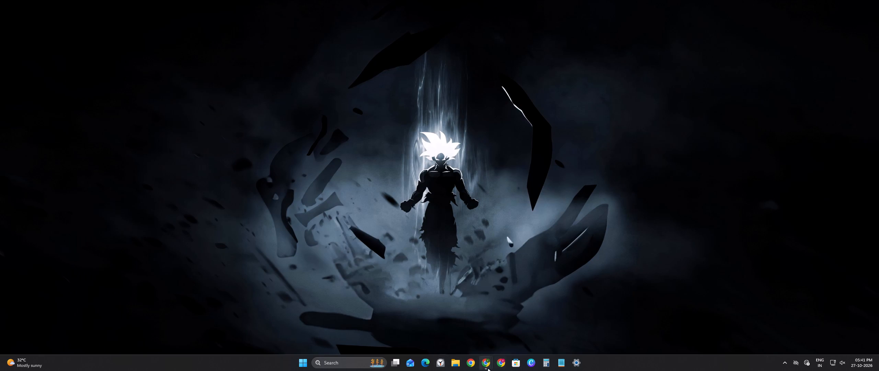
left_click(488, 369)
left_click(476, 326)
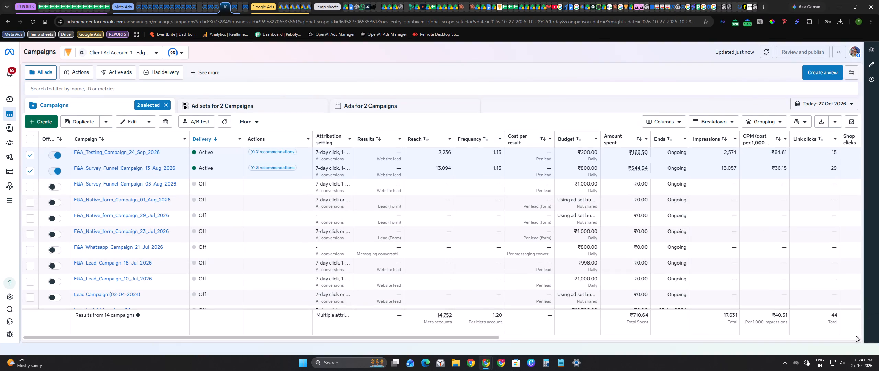
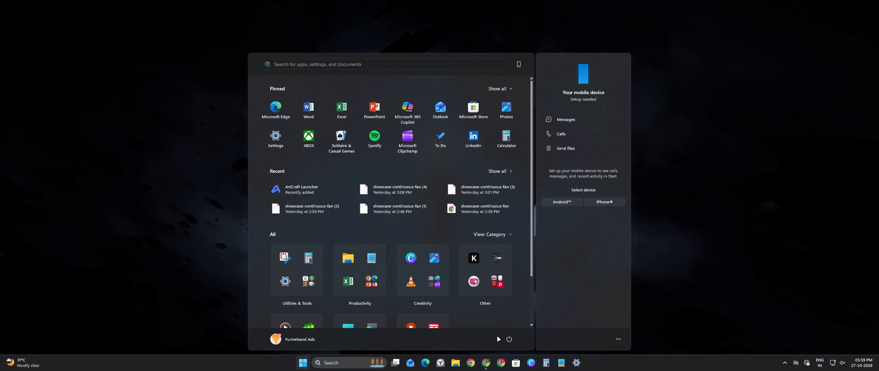
Open the computer's power options in preparation for shutting it down.
left_click(513, 341)
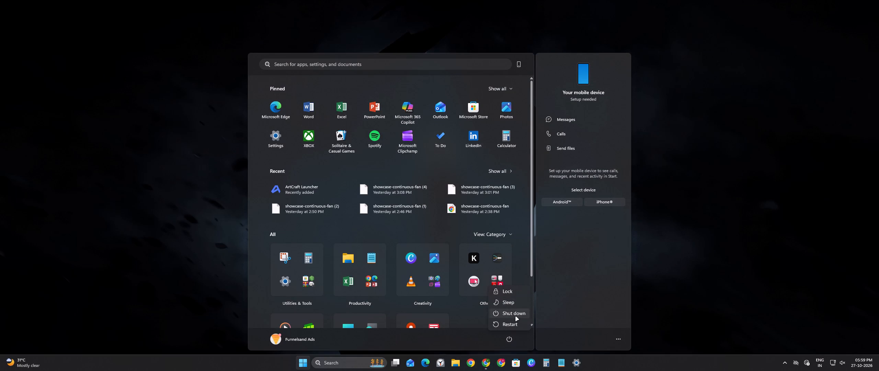